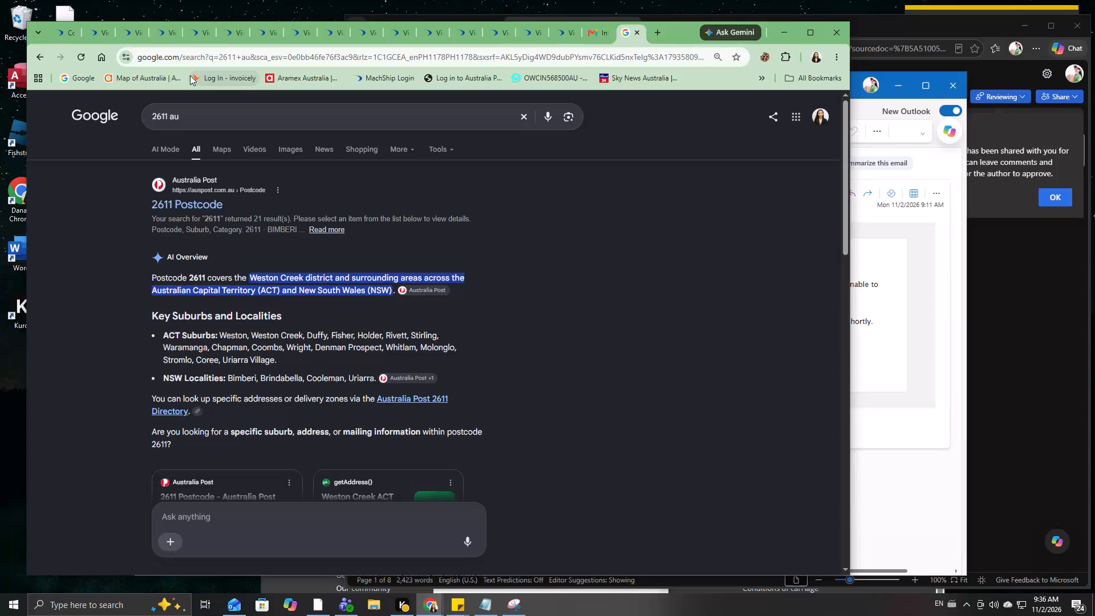
Open Windows search to find an app or setting.
double_click(126, 614)
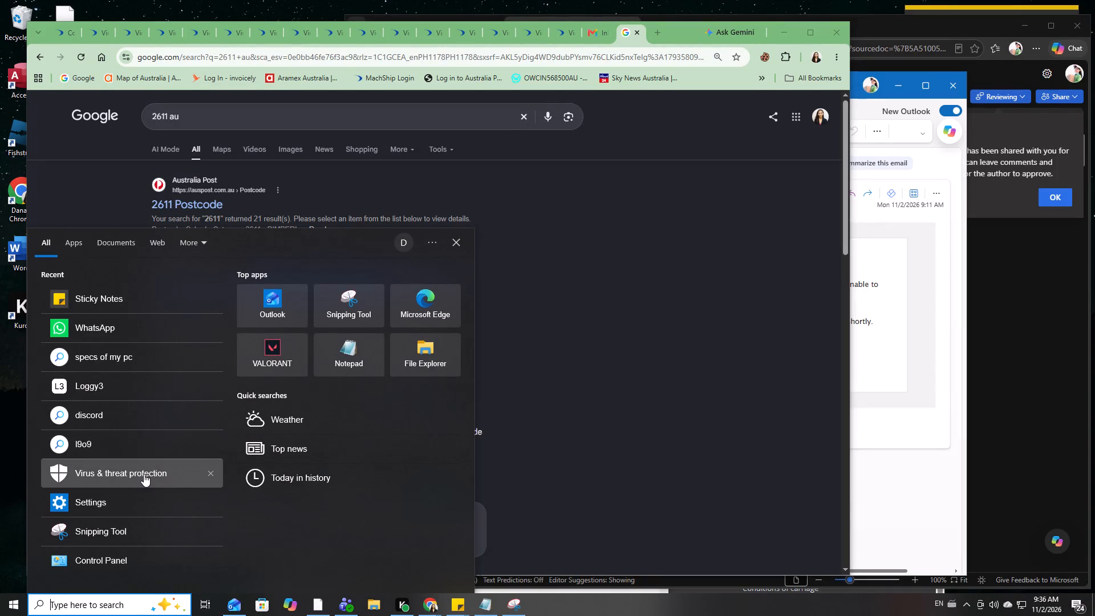
left_click(99, 179)
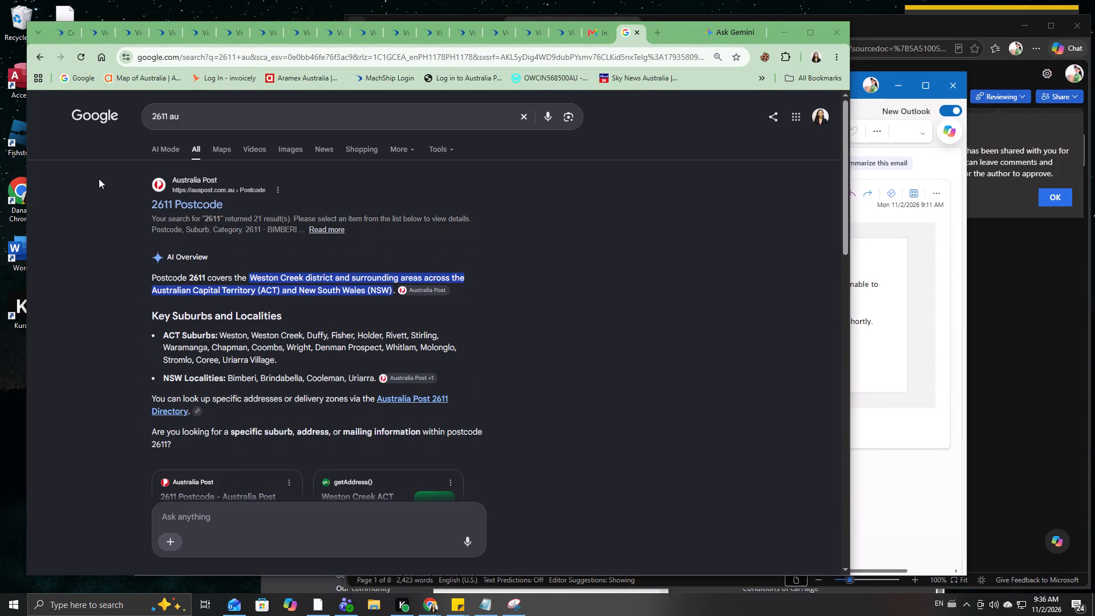
left_click(101, 37)
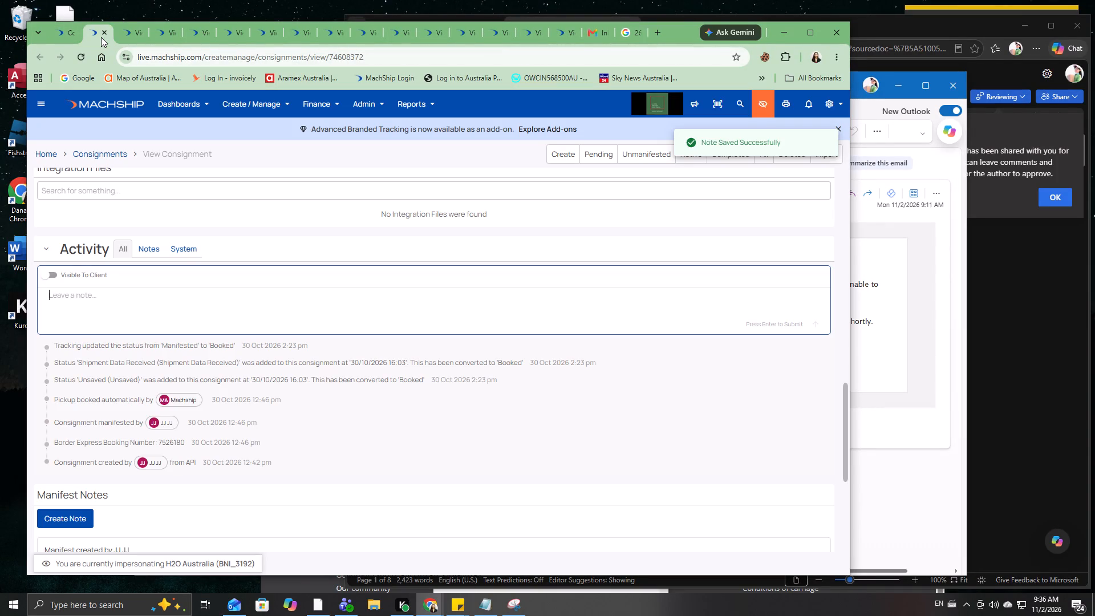
scroll(406, 527, "up", 20)
scroll(406, 527, "up", 12)
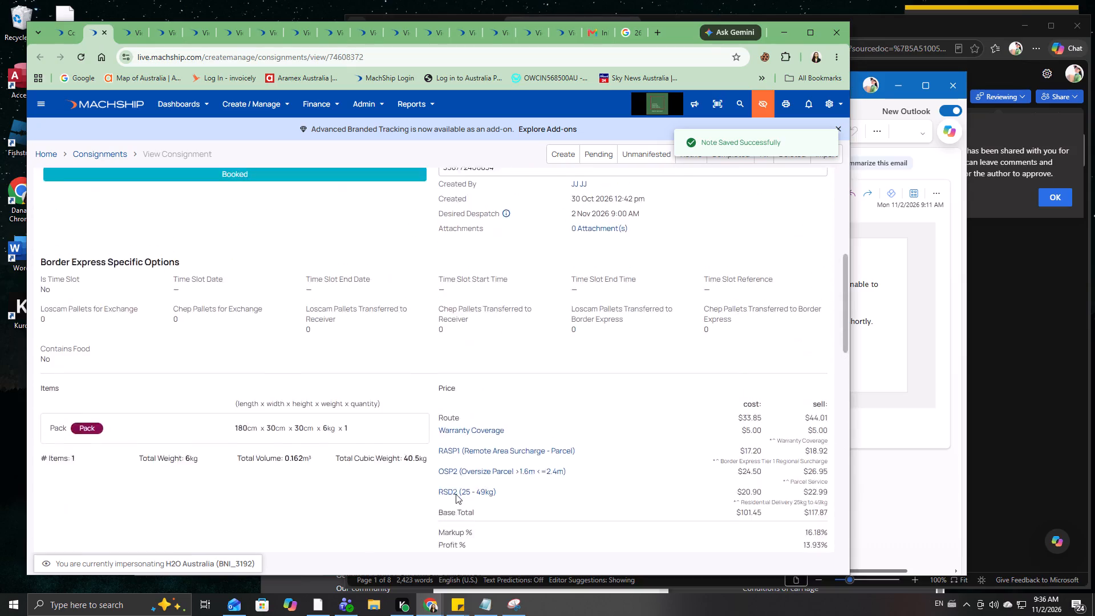
scroll(456, 494, "up", 20)
scroll(456, 494, "up", 2)
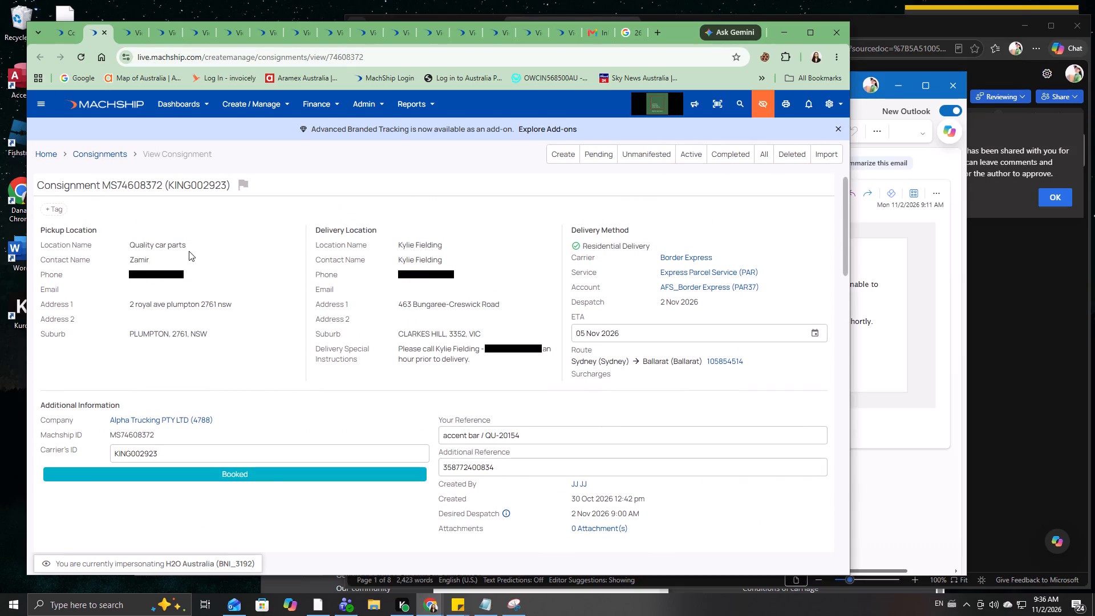
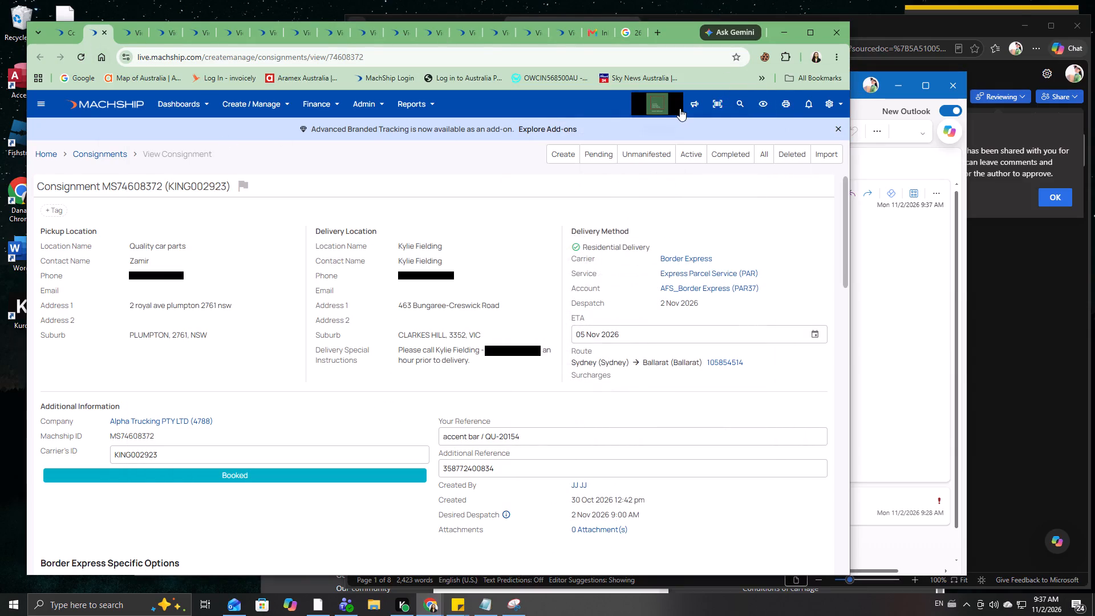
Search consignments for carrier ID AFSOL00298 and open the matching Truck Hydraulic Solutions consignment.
left_click(738, 107)
key("ctrl+v")
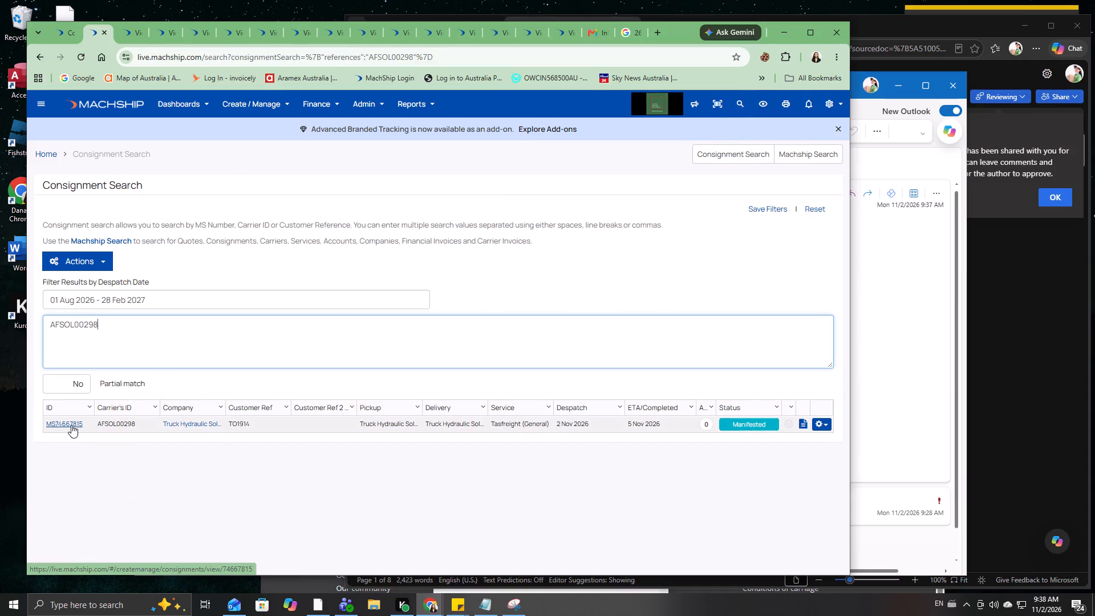
left_click(71, 425)
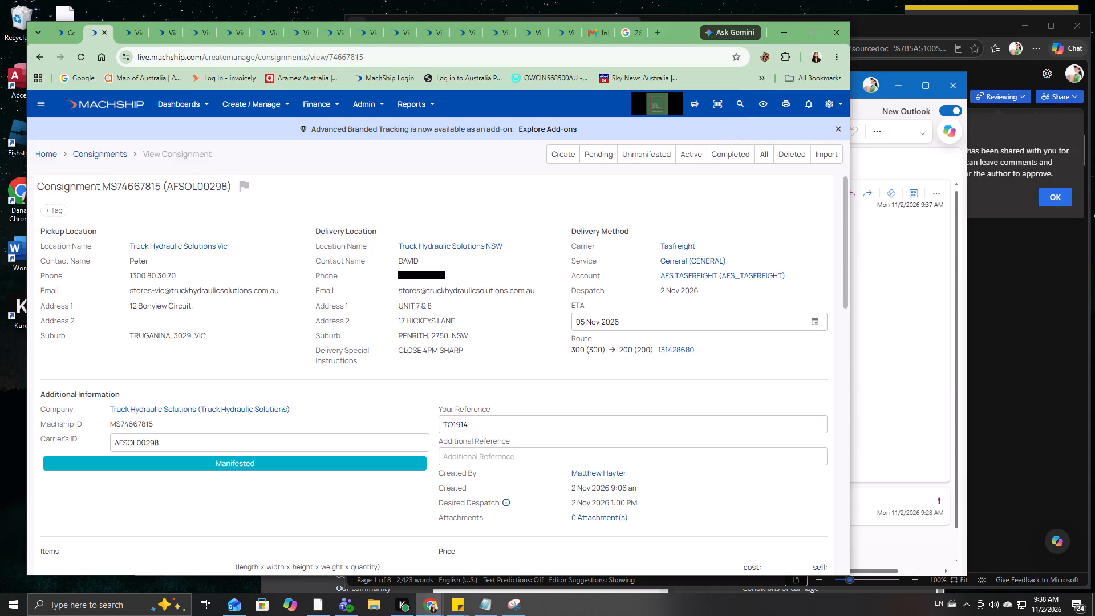
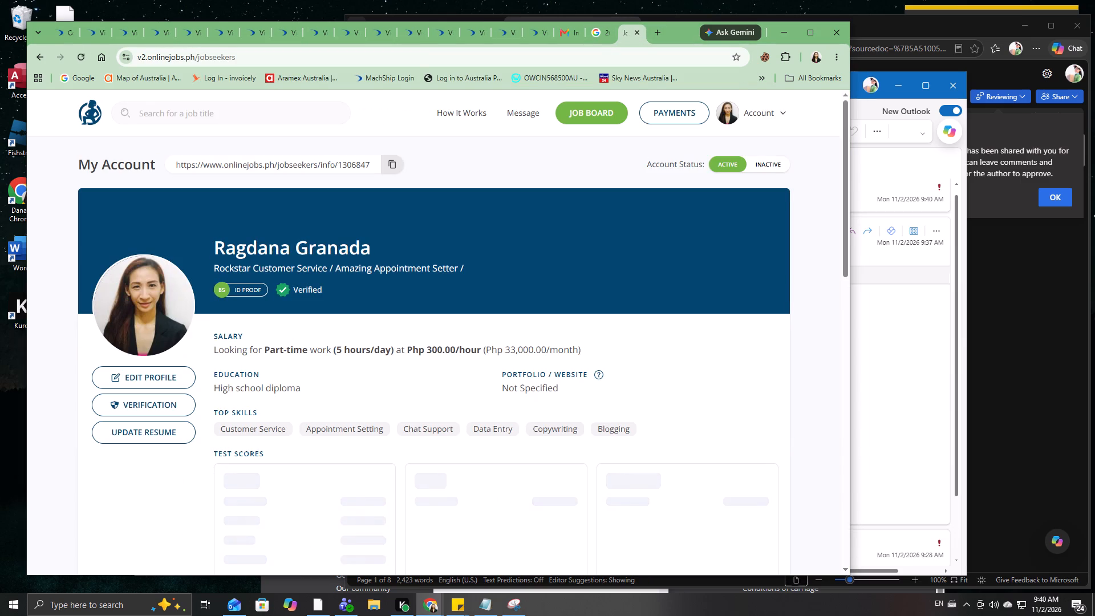
Open the Job Search page from the Workers links in the footer of the OnlineJobs.ph account page.
scroll(447, 316, "down", 14)
scroll(536, 329, "up", 1)
scroll(536, 329, "down", 5)
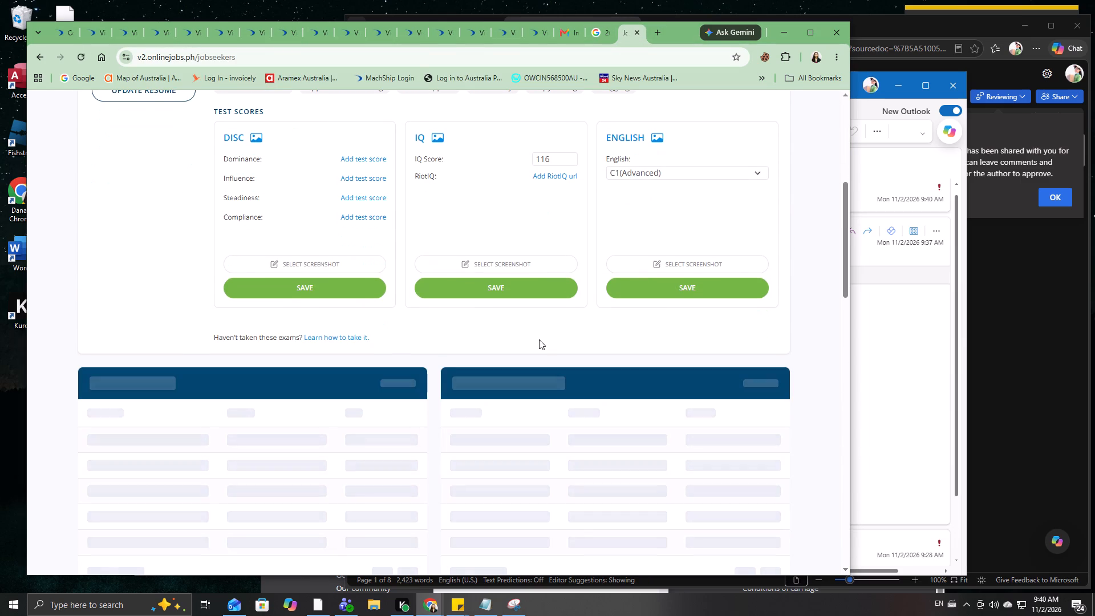
scroll(539, 339, "down", 9)
scroll(541, 283, "down", 1)
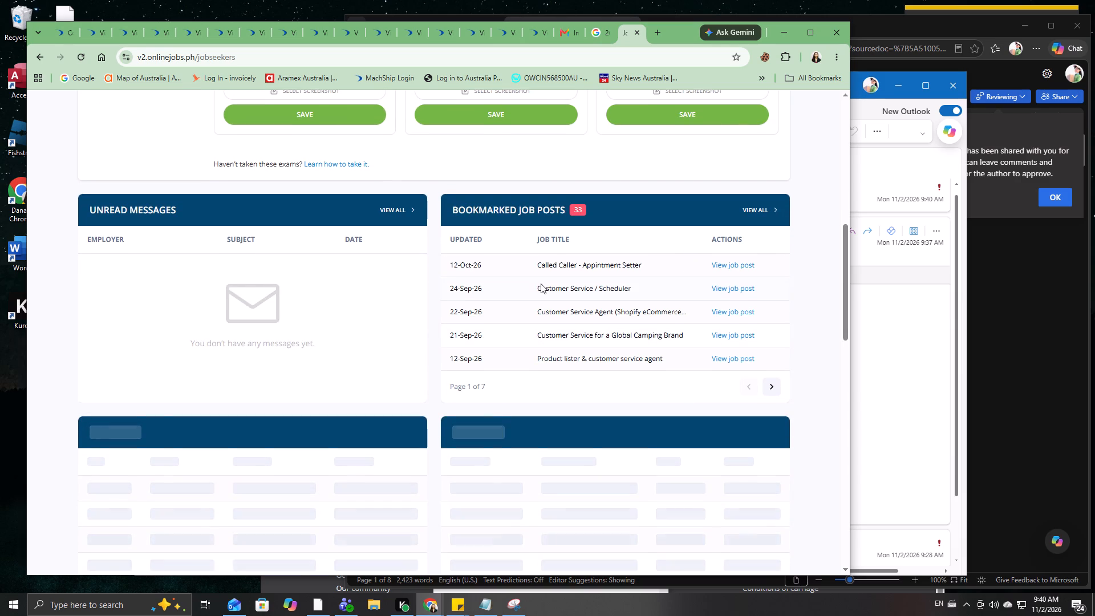
scroll(534, 286, "down", 11)
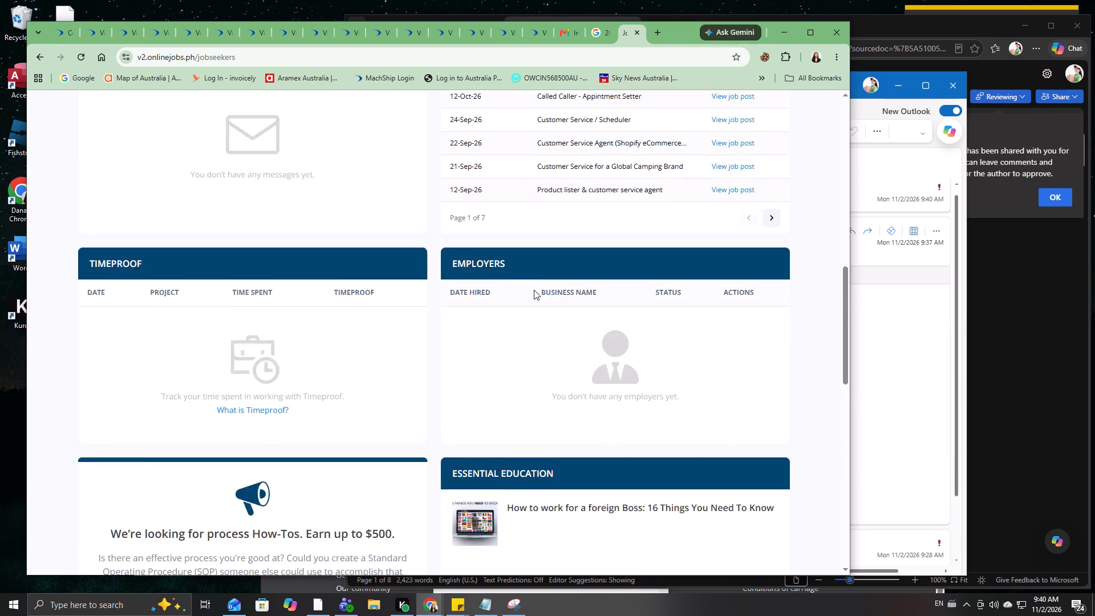
scroll(534, 290, "down", 17)
scroll(528, 273, "down", 8)
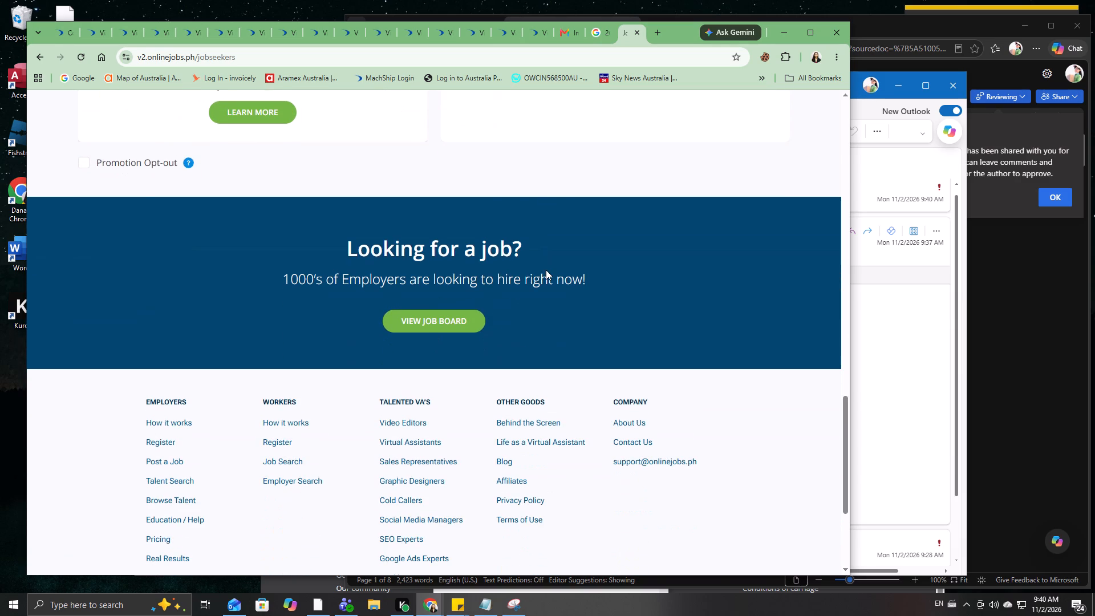
left_click(271, 460)
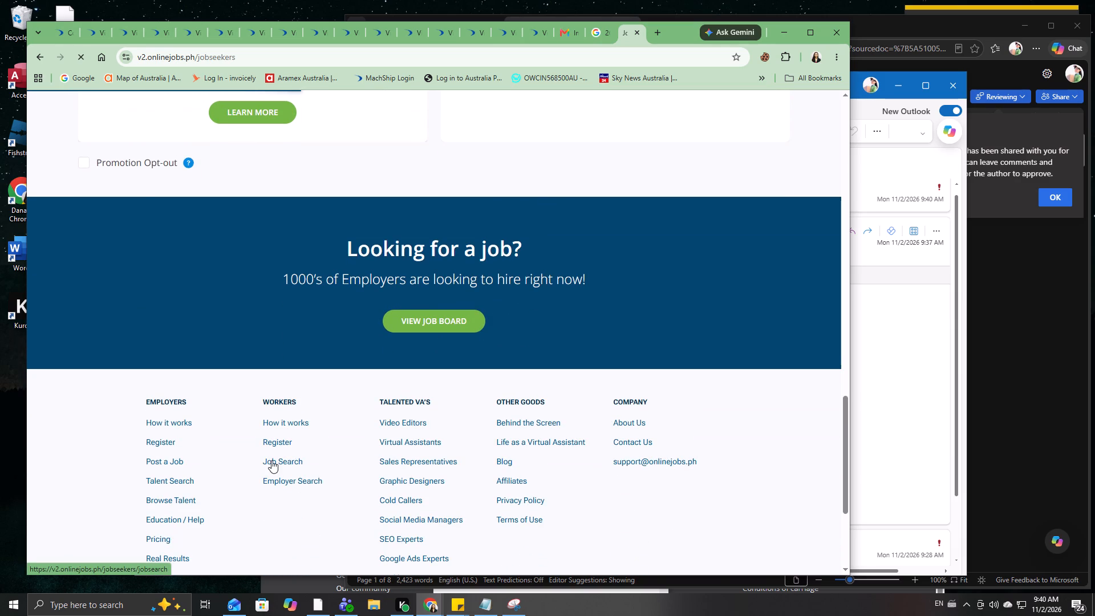
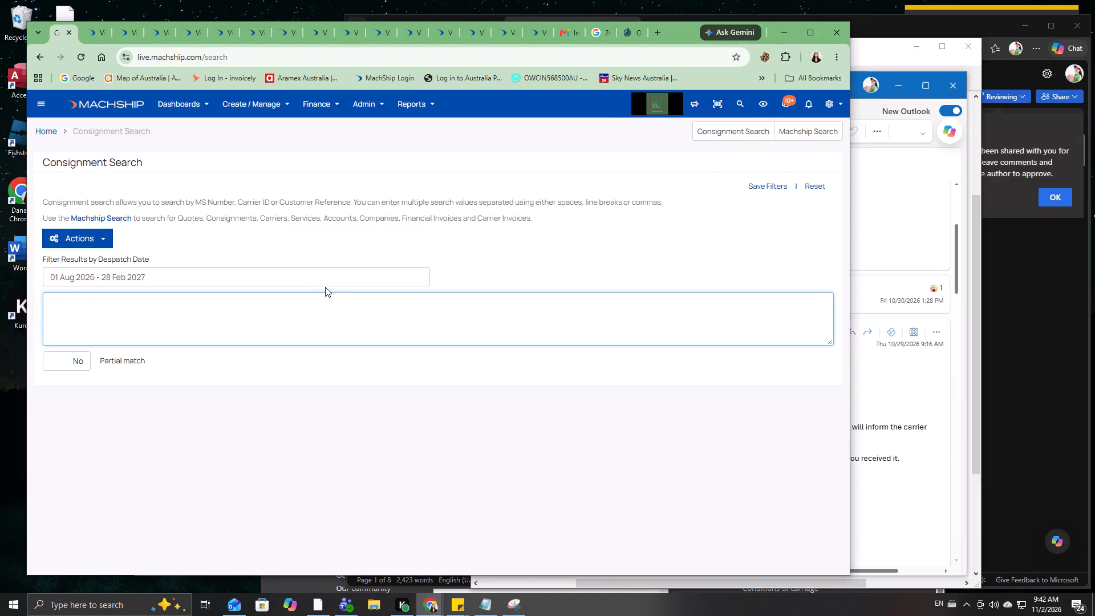
key("ctrl+v")
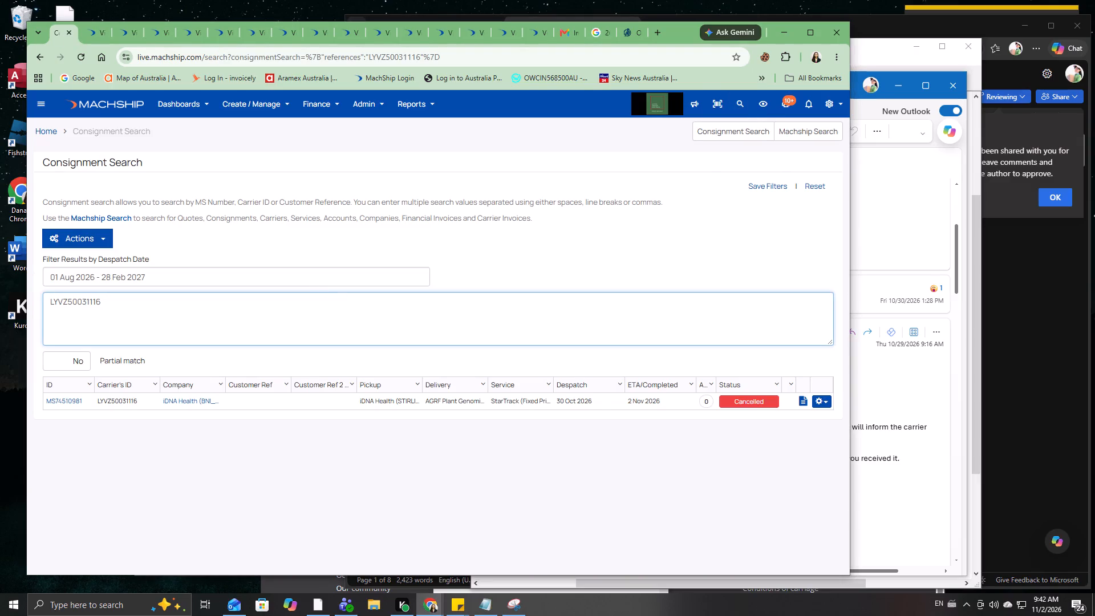
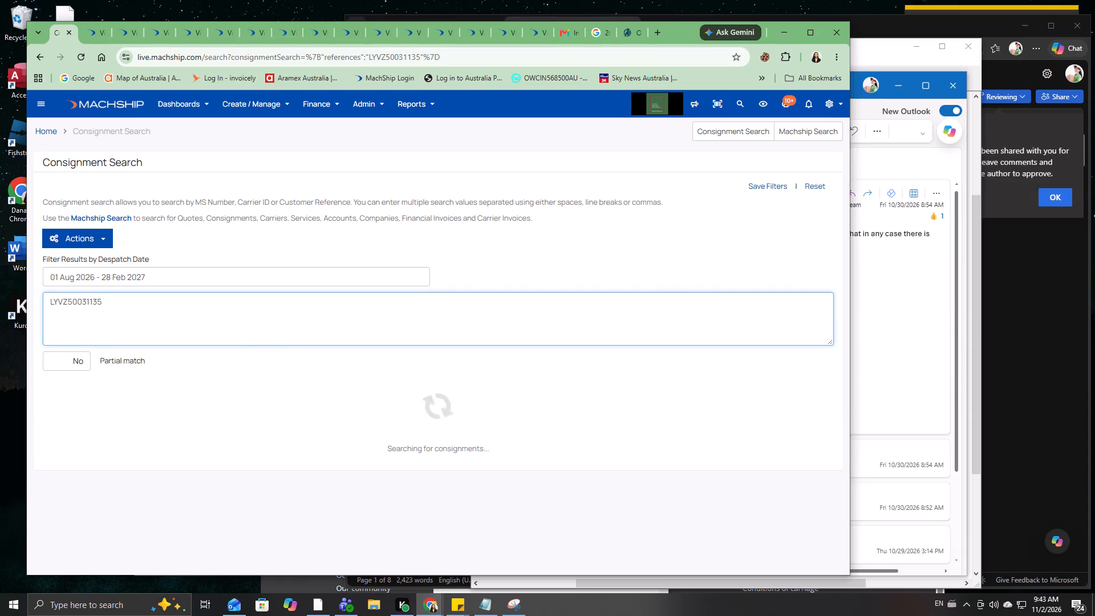
left_click(60, 400)
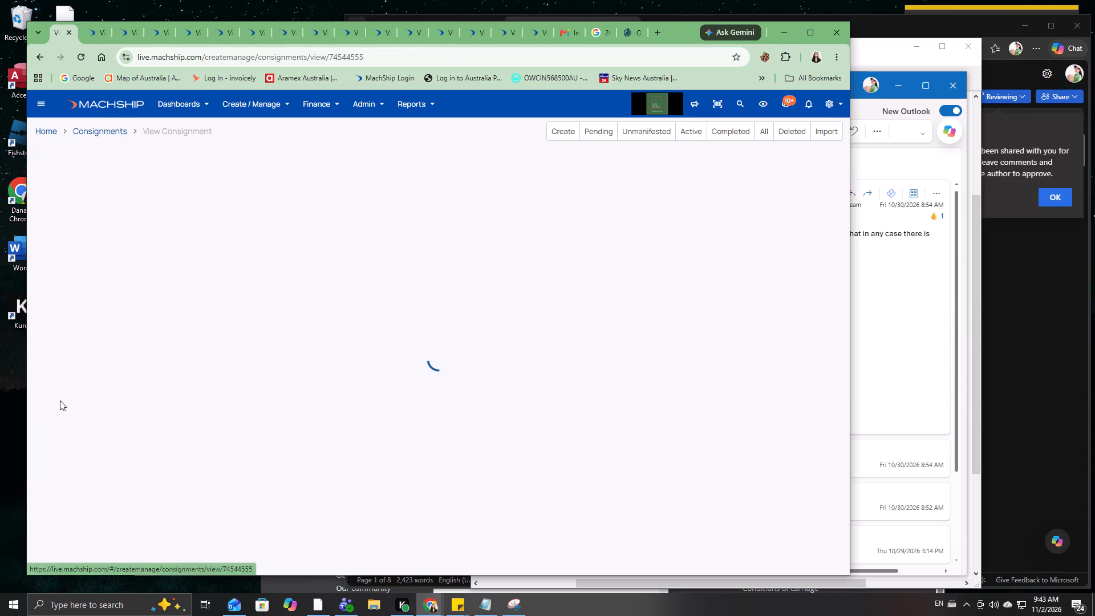
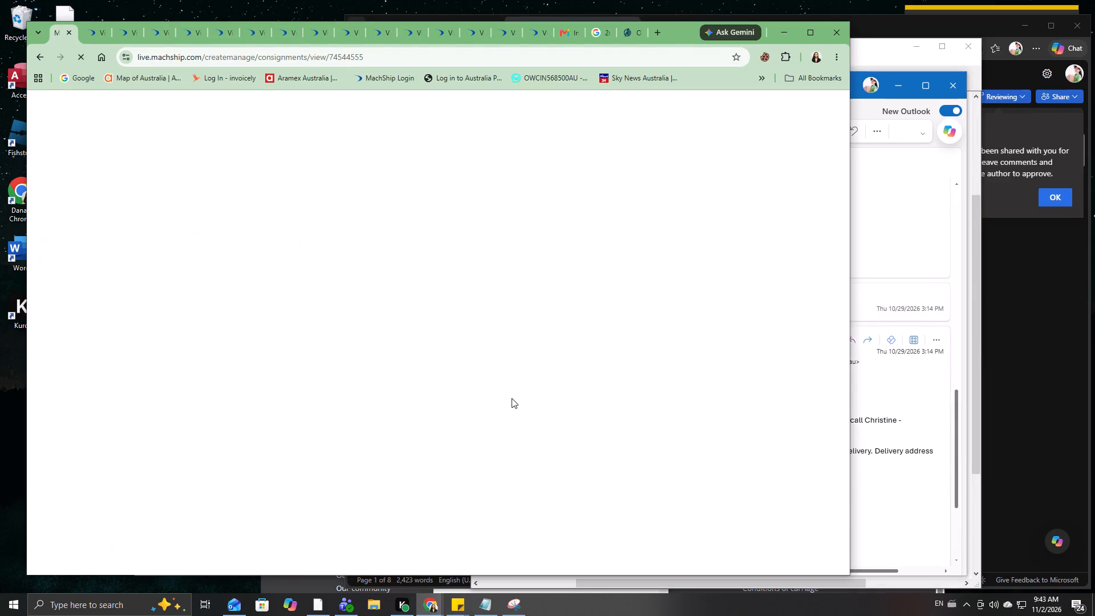
scroll(547, 410, "up", 4)
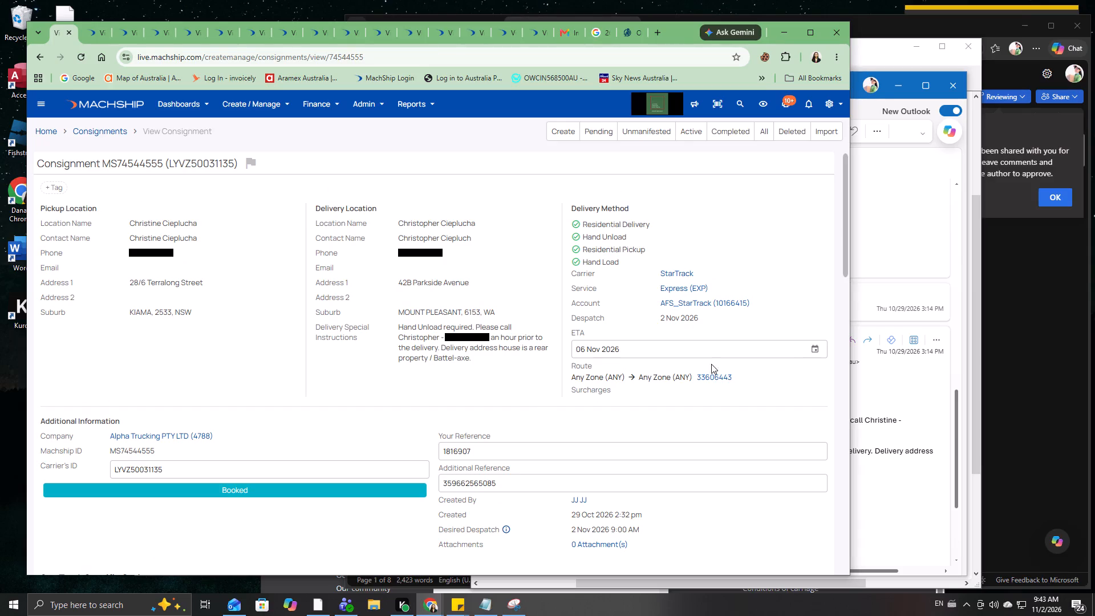
scroll(650, 347, "down", 20)
scroll(650, 347, "down", 18)
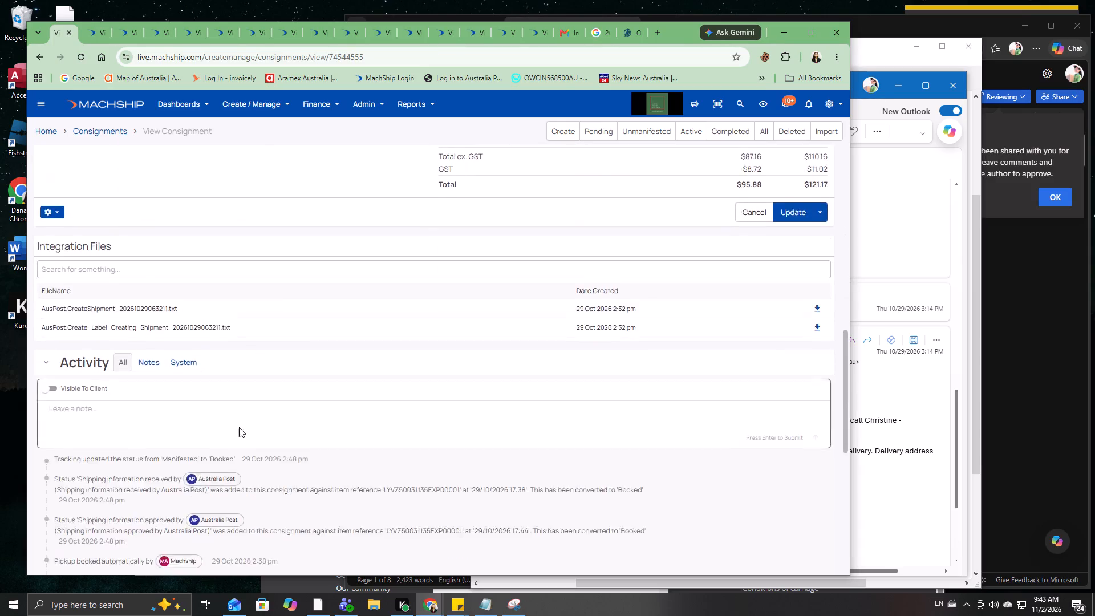
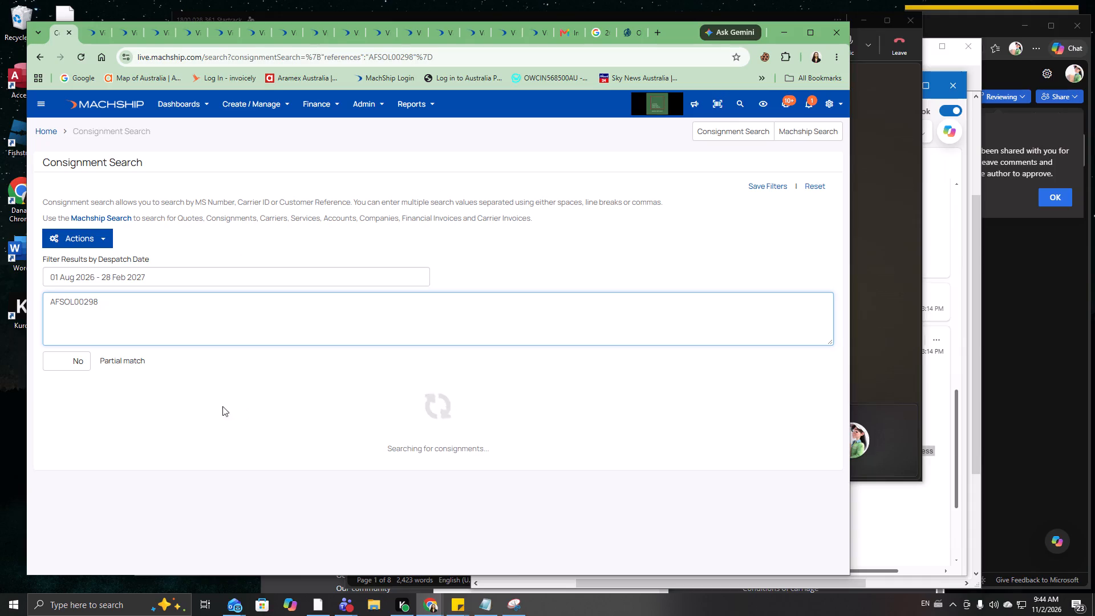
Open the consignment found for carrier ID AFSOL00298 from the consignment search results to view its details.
left_click(55, 402)
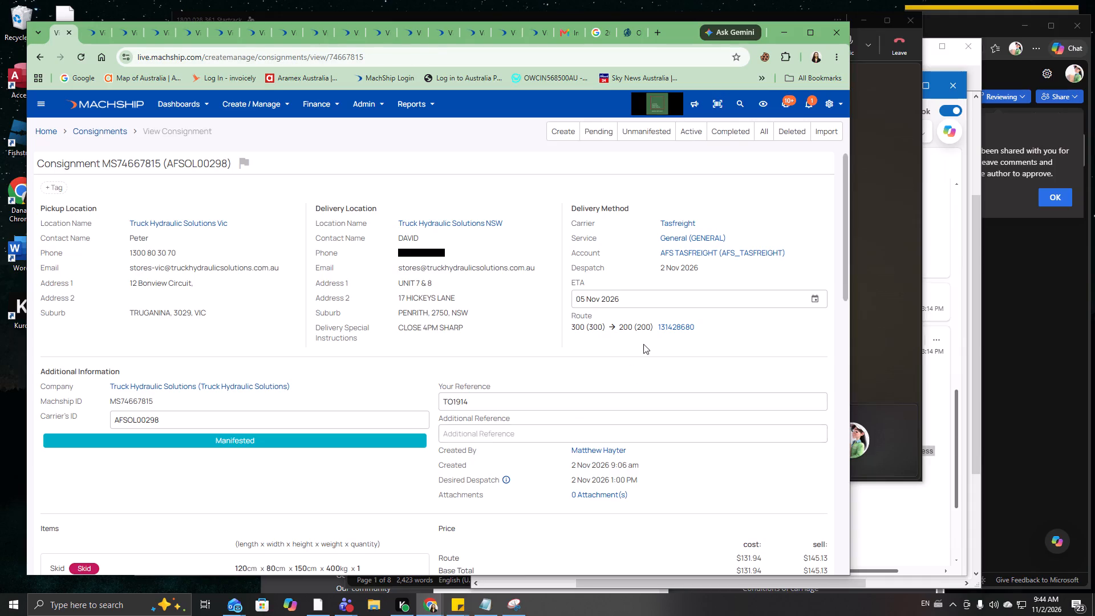
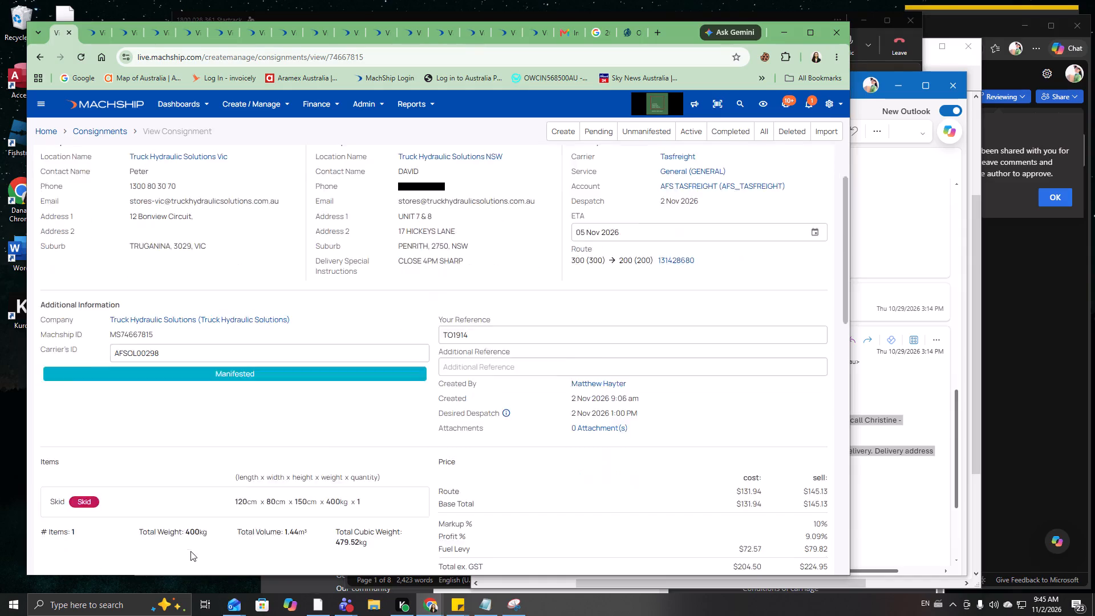
scroll(190, 551, "down", 18)
double_click(189, 366)
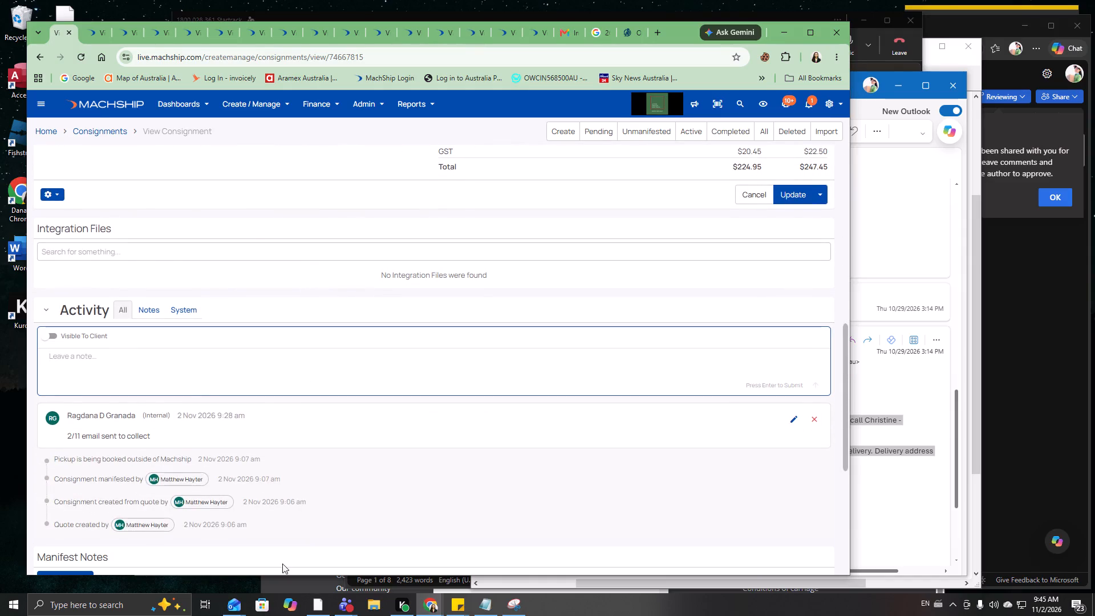
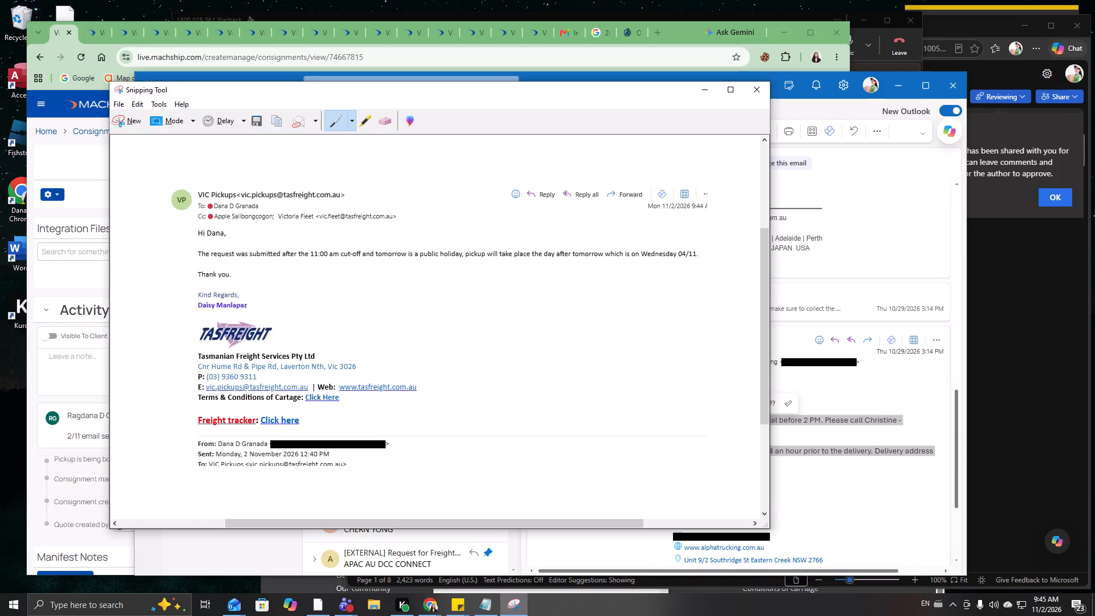
Switch from the captured Tasfreight pickup email to Microsoft Teams.
left_click(344, 610)
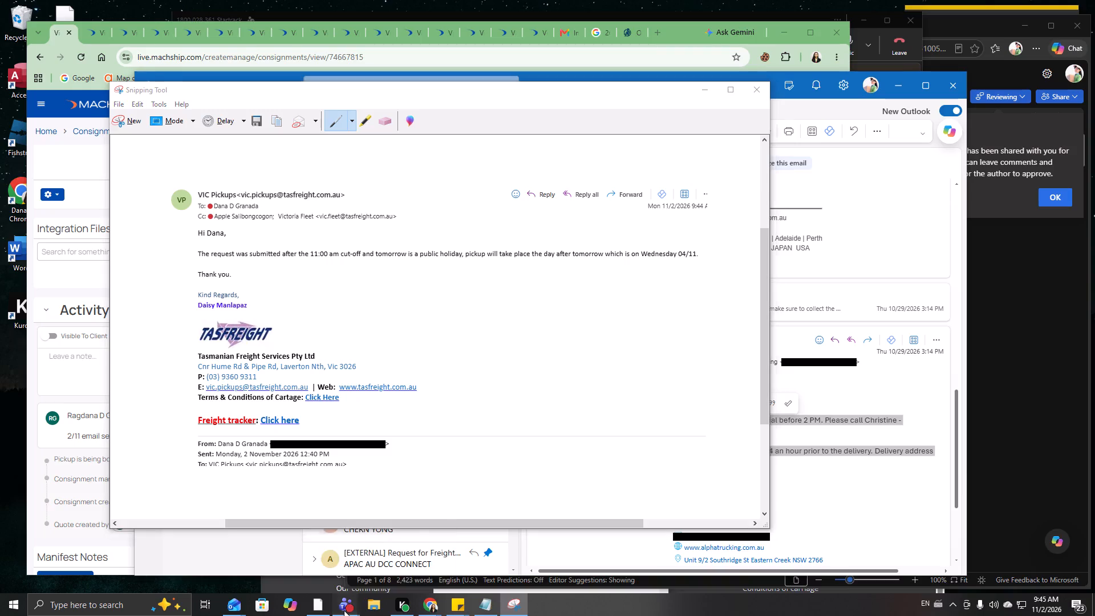
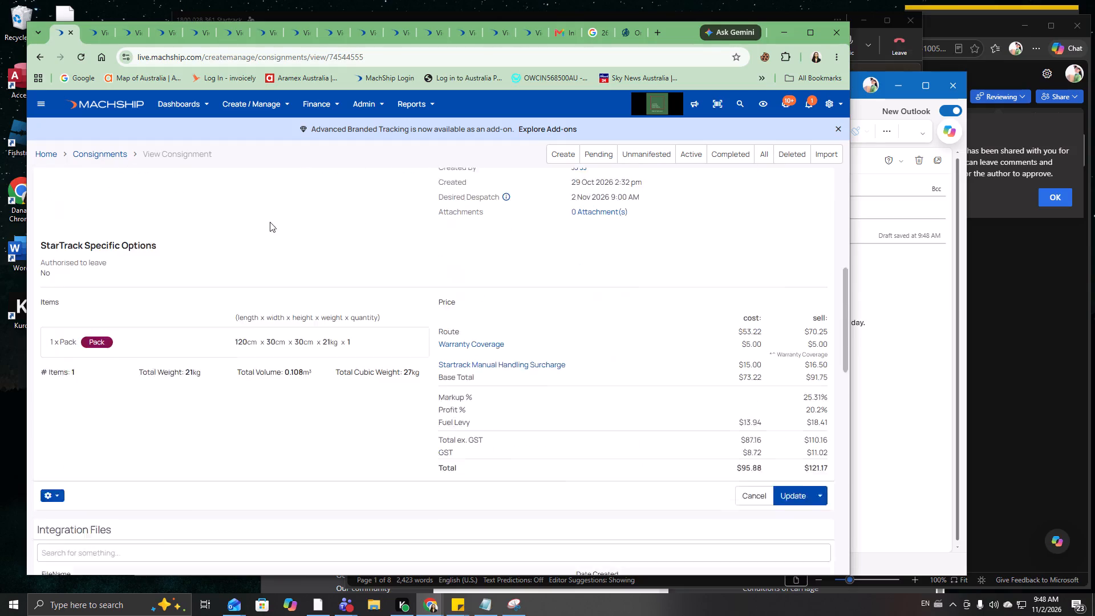
scroll(270, 222, "down", 12)
scroll(261, 491, "down", 8)
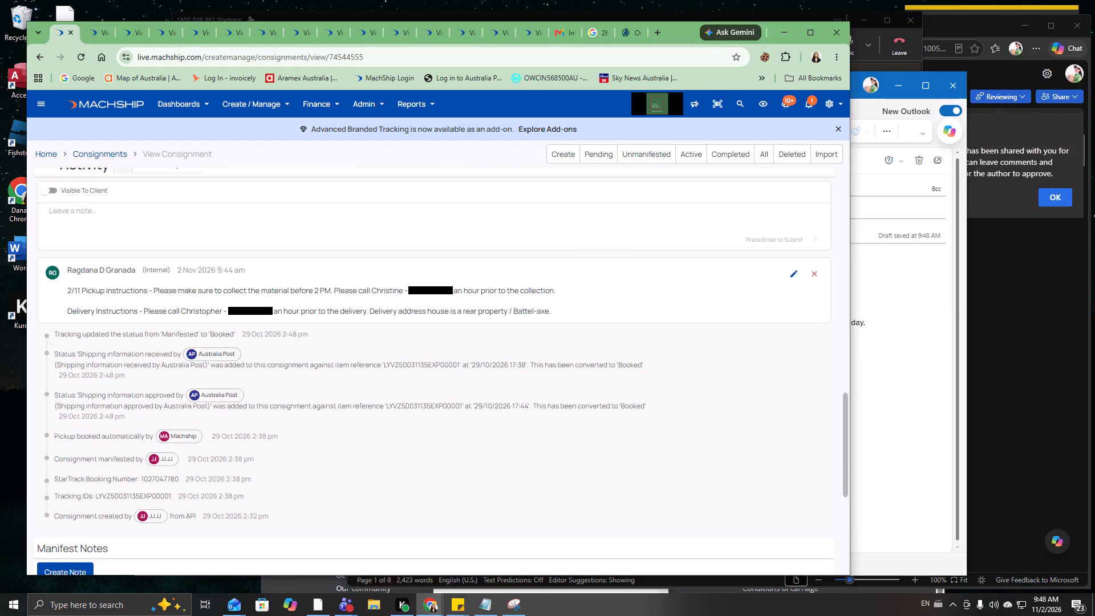
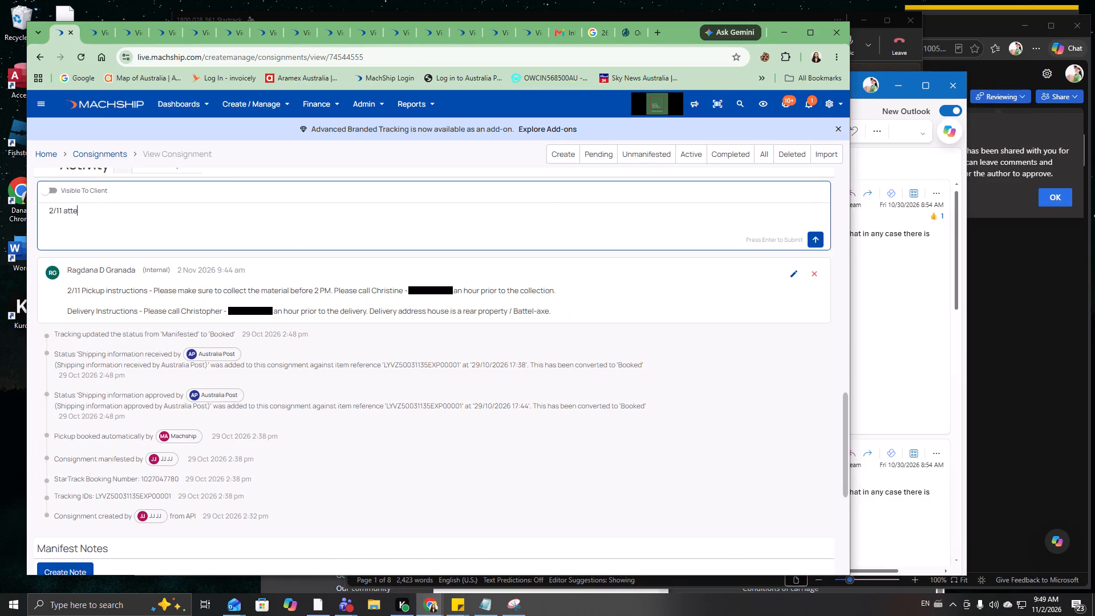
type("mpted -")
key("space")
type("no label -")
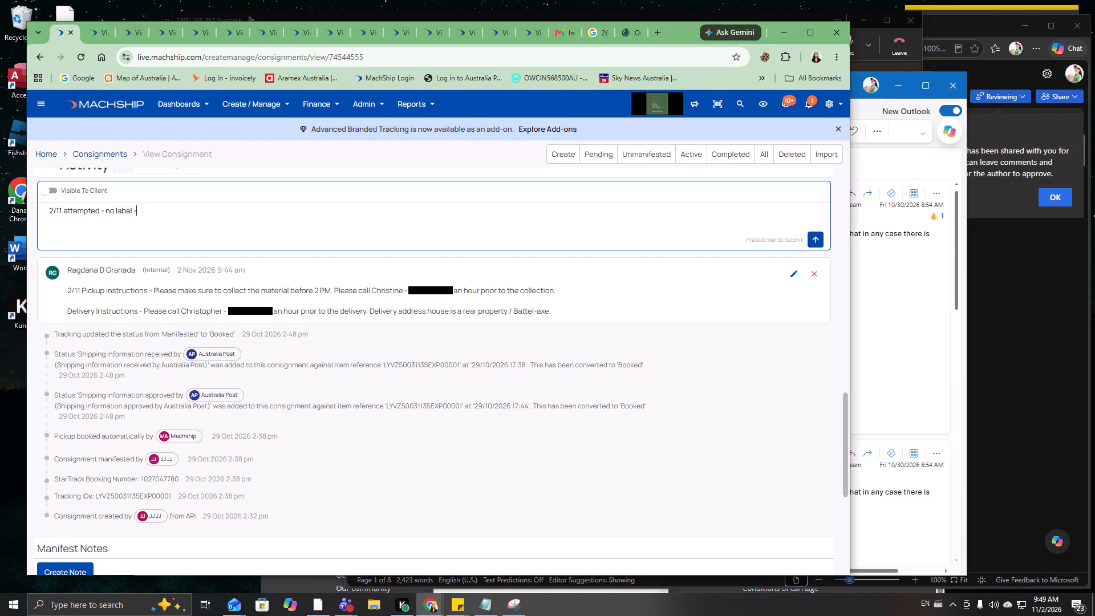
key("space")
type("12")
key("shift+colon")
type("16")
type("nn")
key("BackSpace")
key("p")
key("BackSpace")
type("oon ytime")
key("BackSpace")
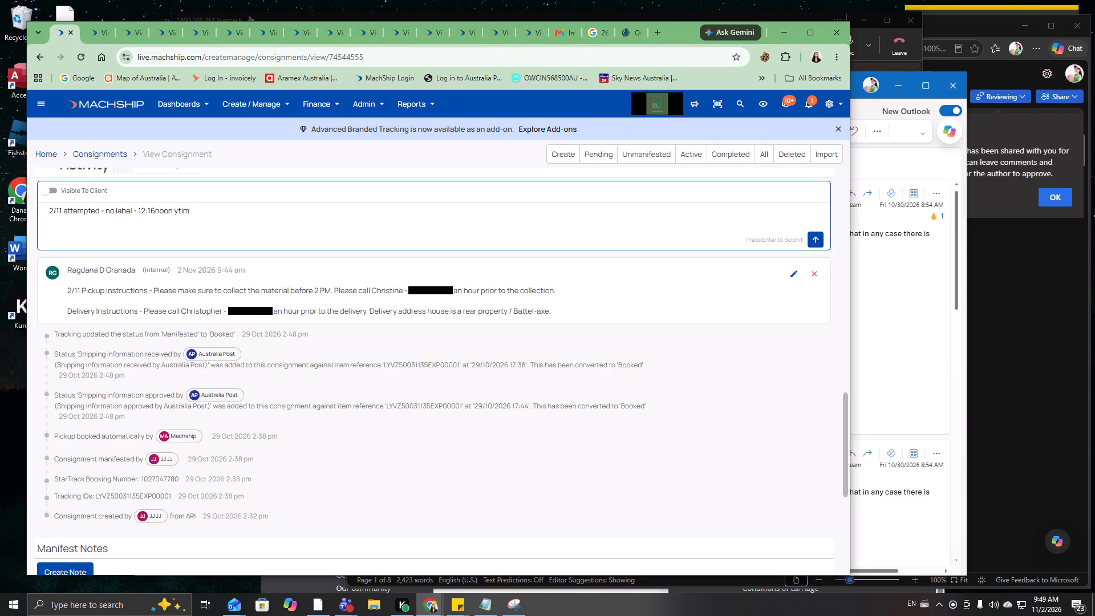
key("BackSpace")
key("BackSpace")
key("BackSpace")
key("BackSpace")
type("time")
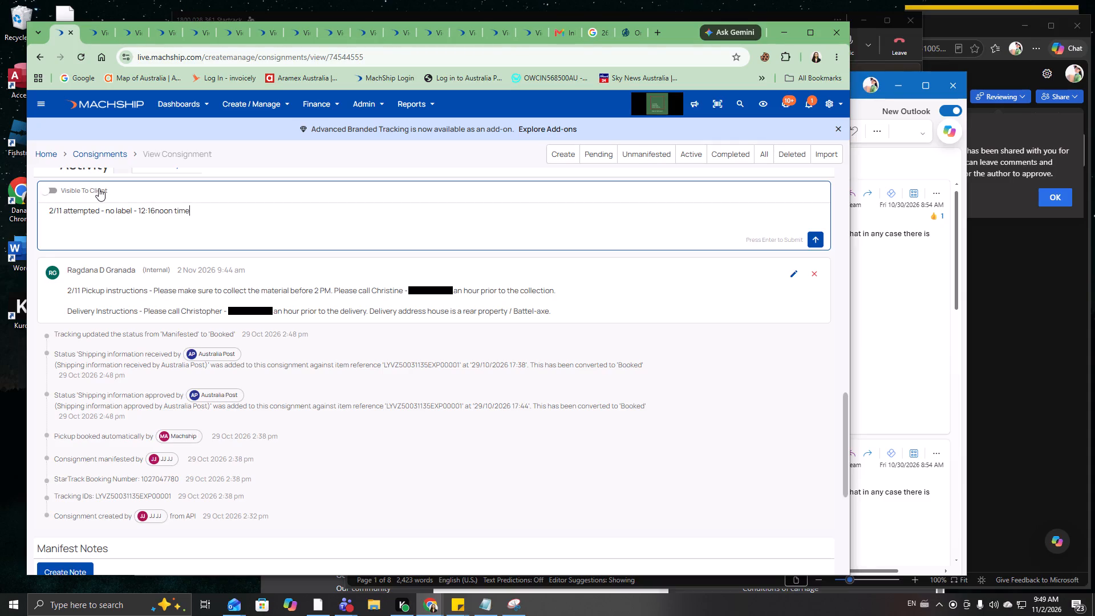